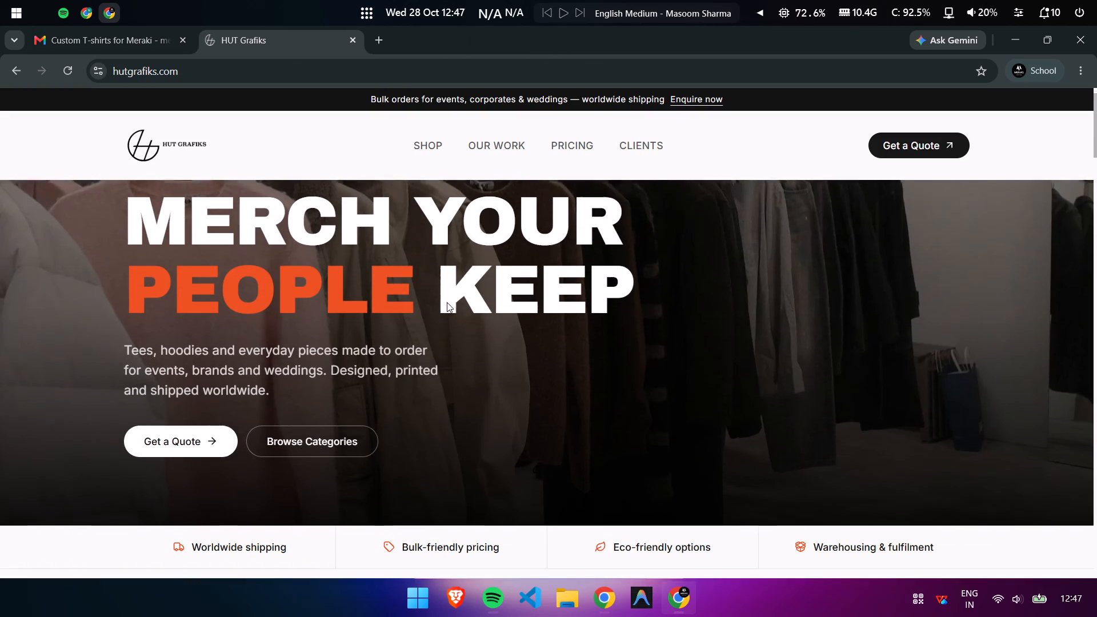
Look through the HUT Grafiks homepage down to the footer, examining the product categories, production process and contact section.
scroll(447, 302, down, 6)
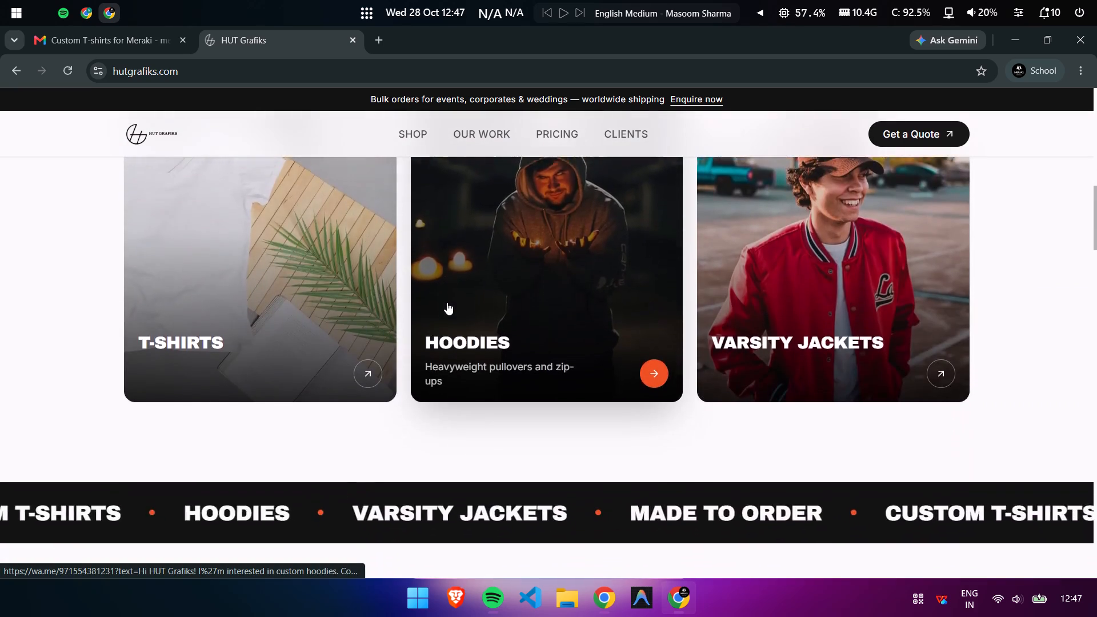
scroll(447, 302, down, 16)
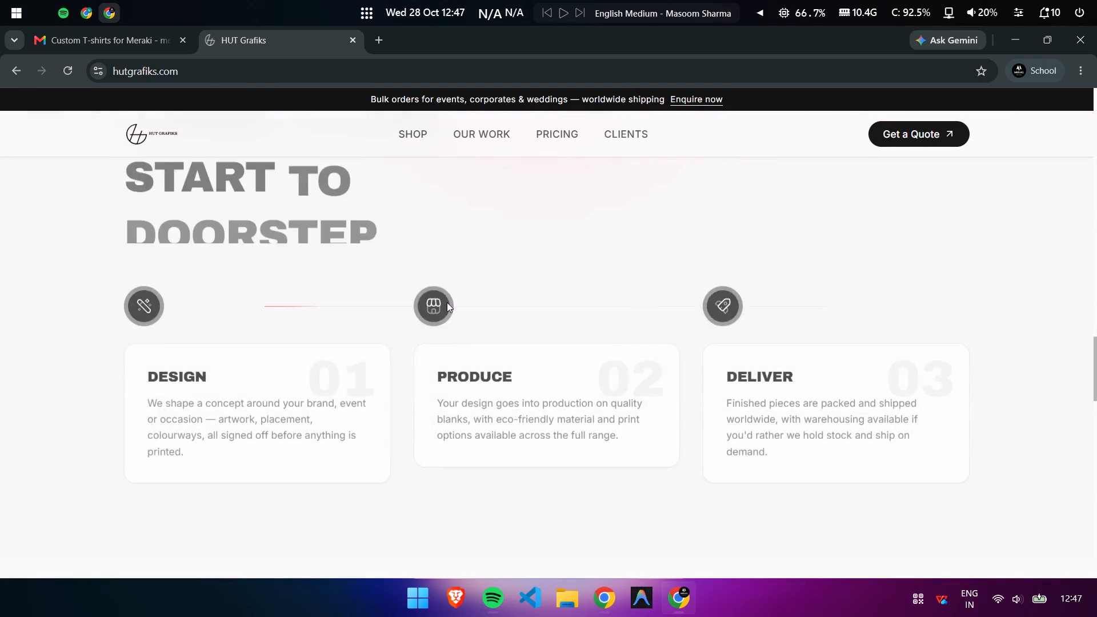
scroll(447, 302, down, 7)
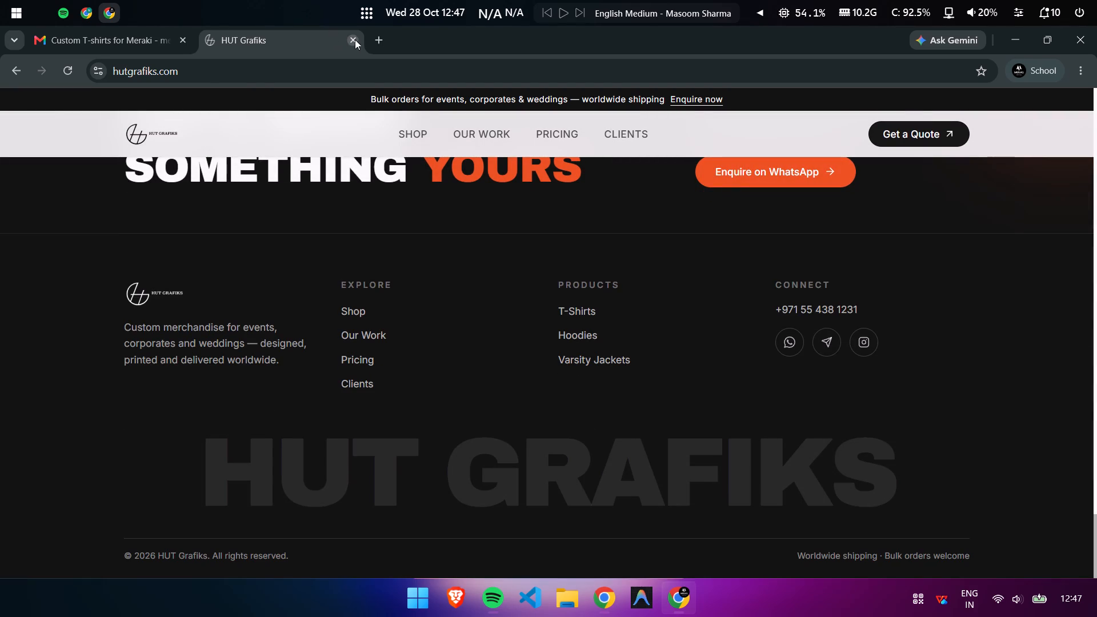
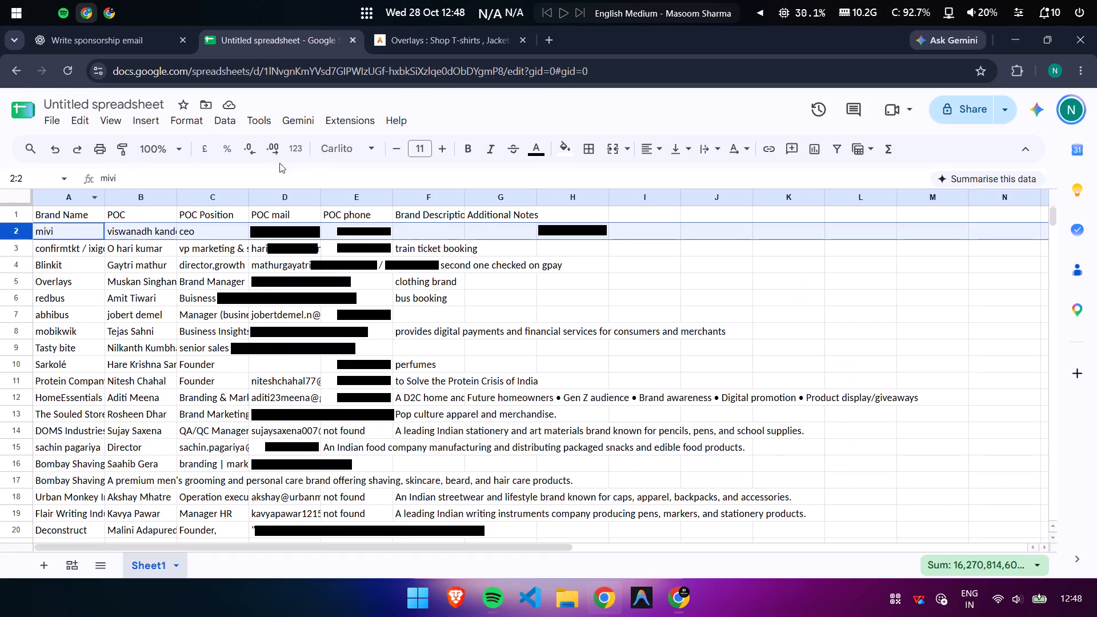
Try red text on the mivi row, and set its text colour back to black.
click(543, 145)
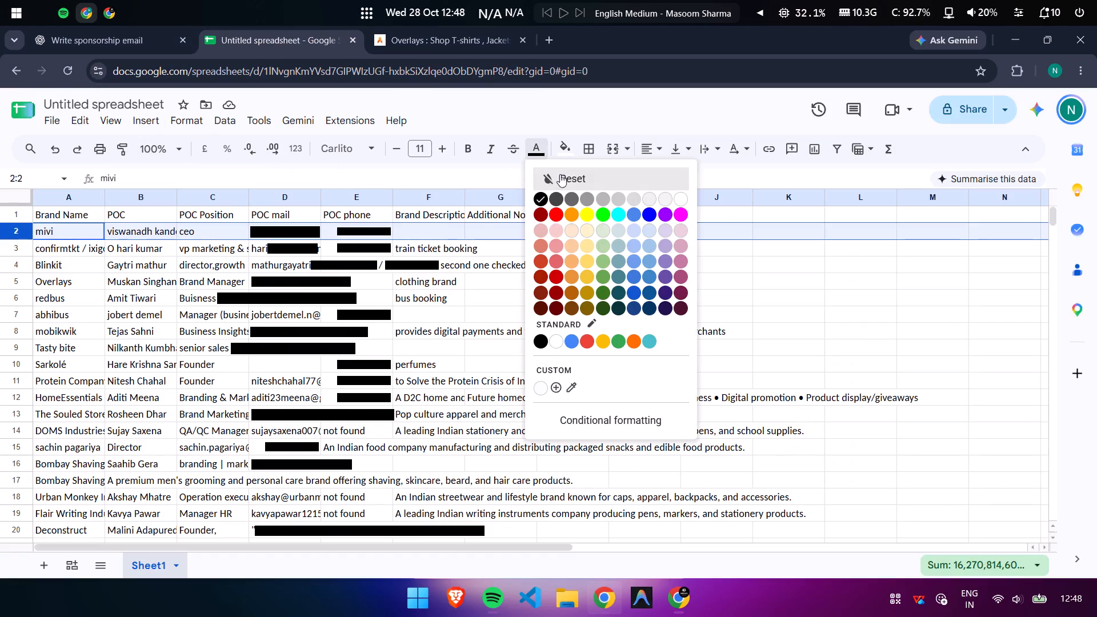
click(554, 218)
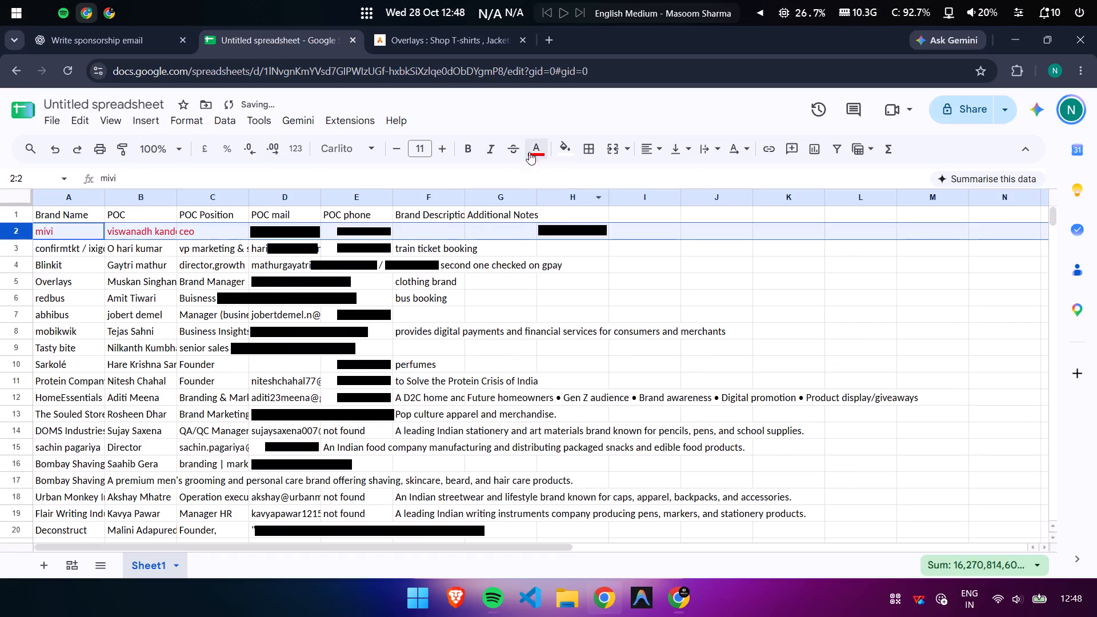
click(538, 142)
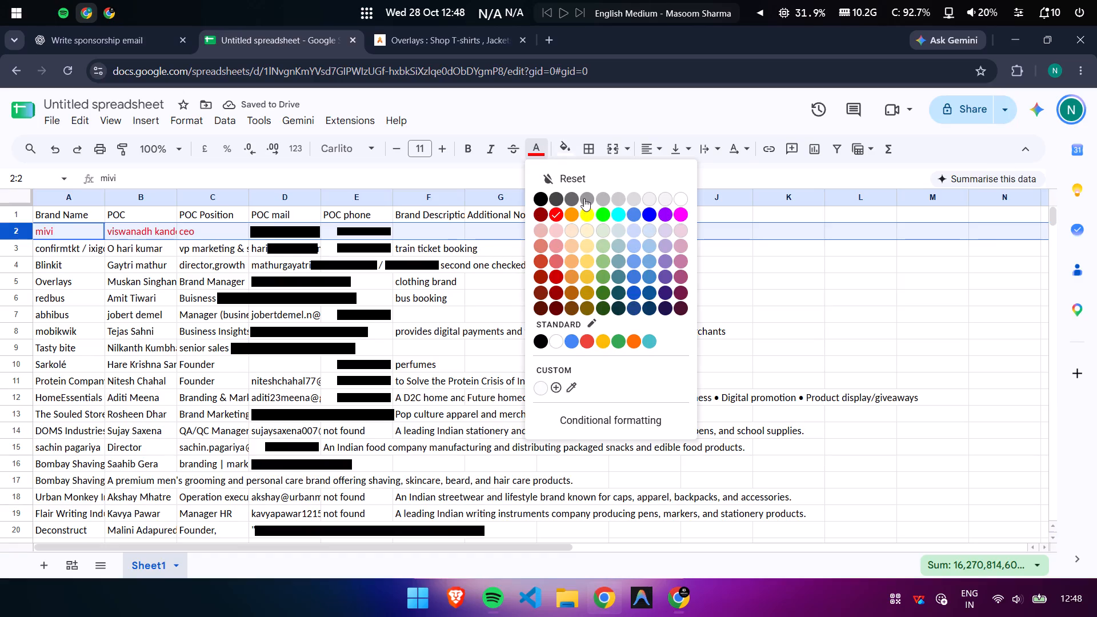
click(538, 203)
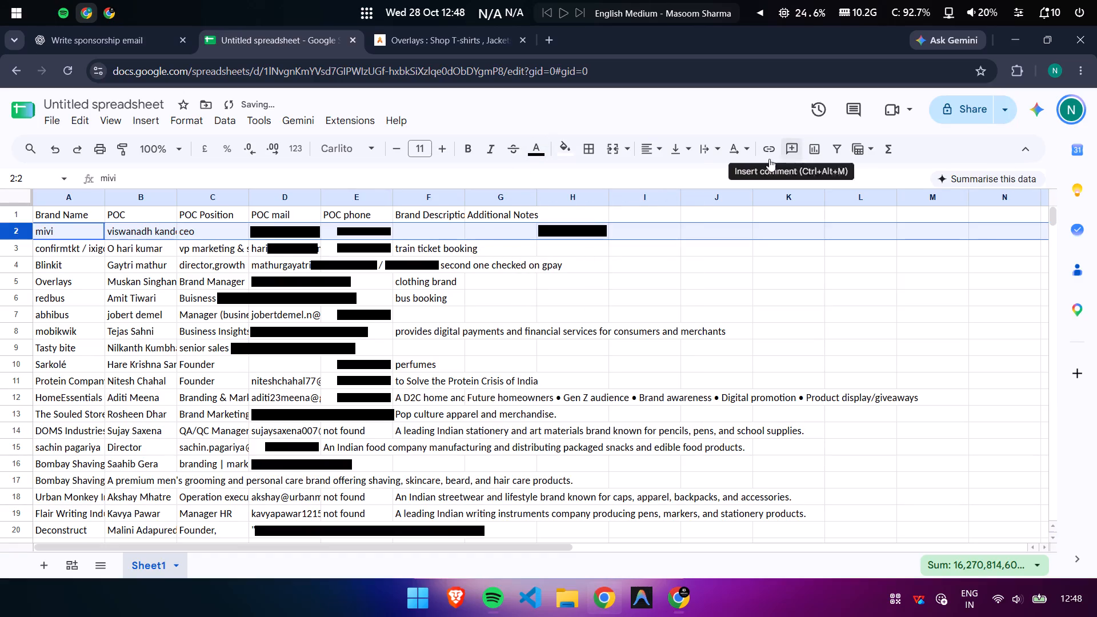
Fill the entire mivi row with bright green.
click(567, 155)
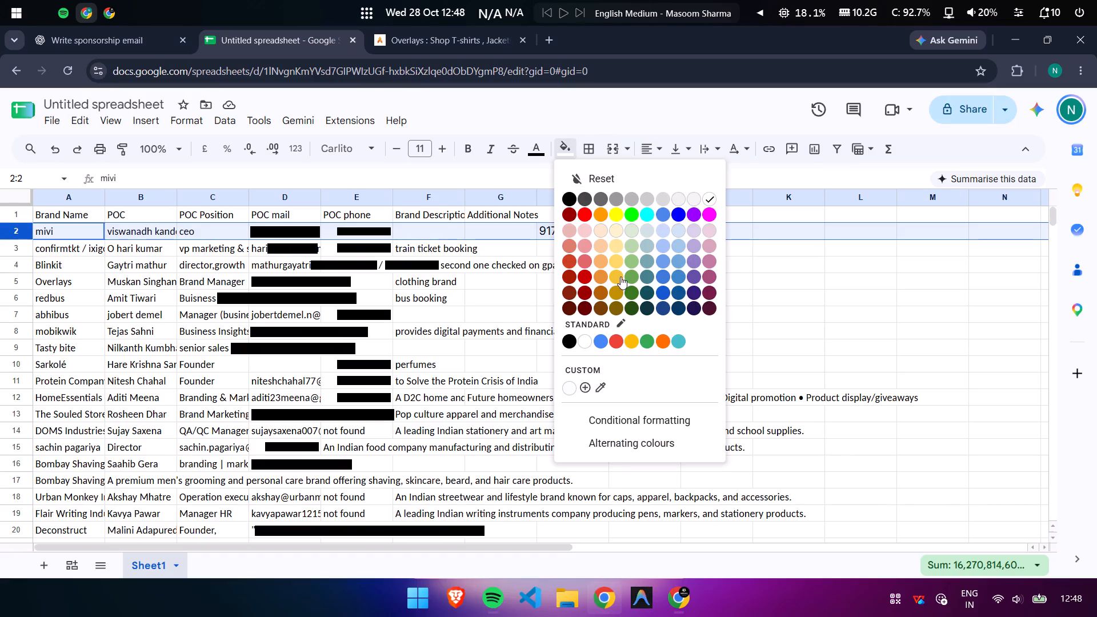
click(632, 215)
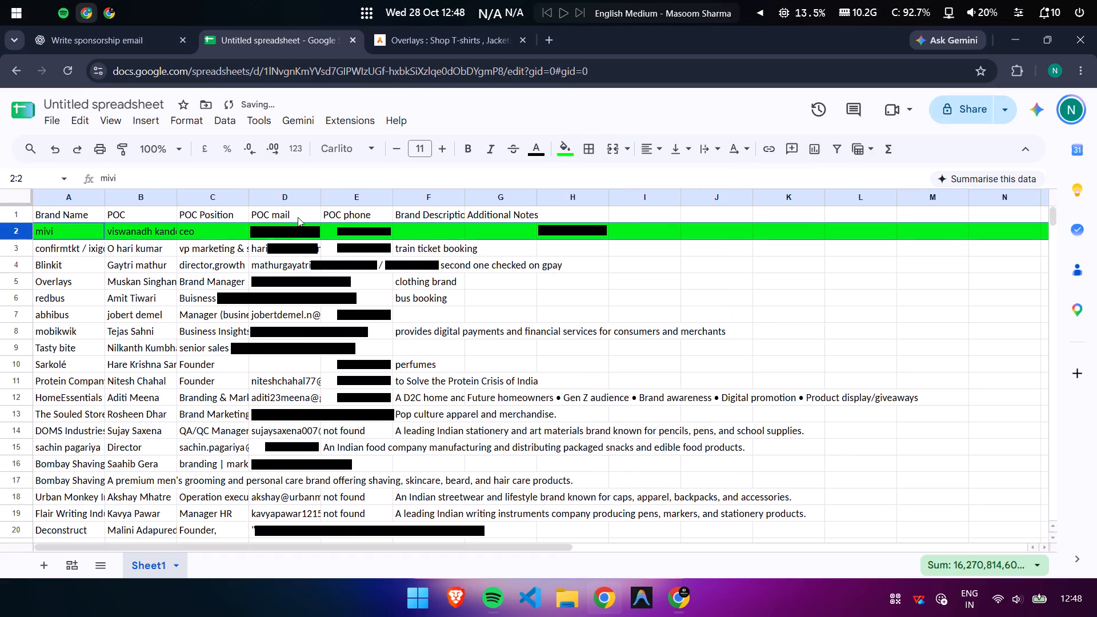
Set the fill colour of the entire mivi row to yellow.
click(568, 147)
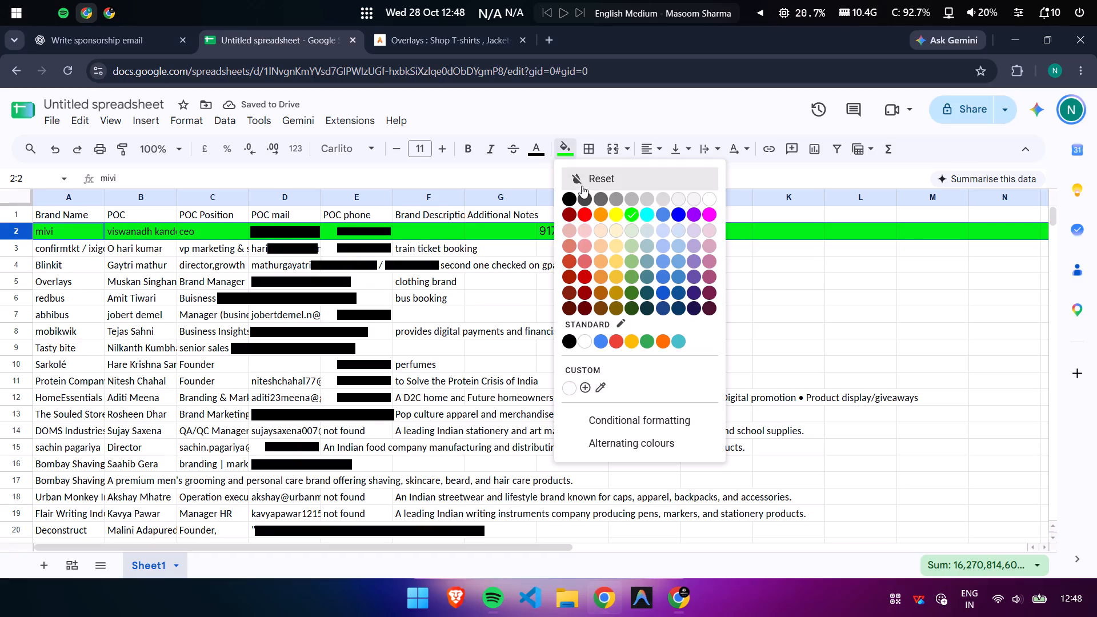
click(615, 215)
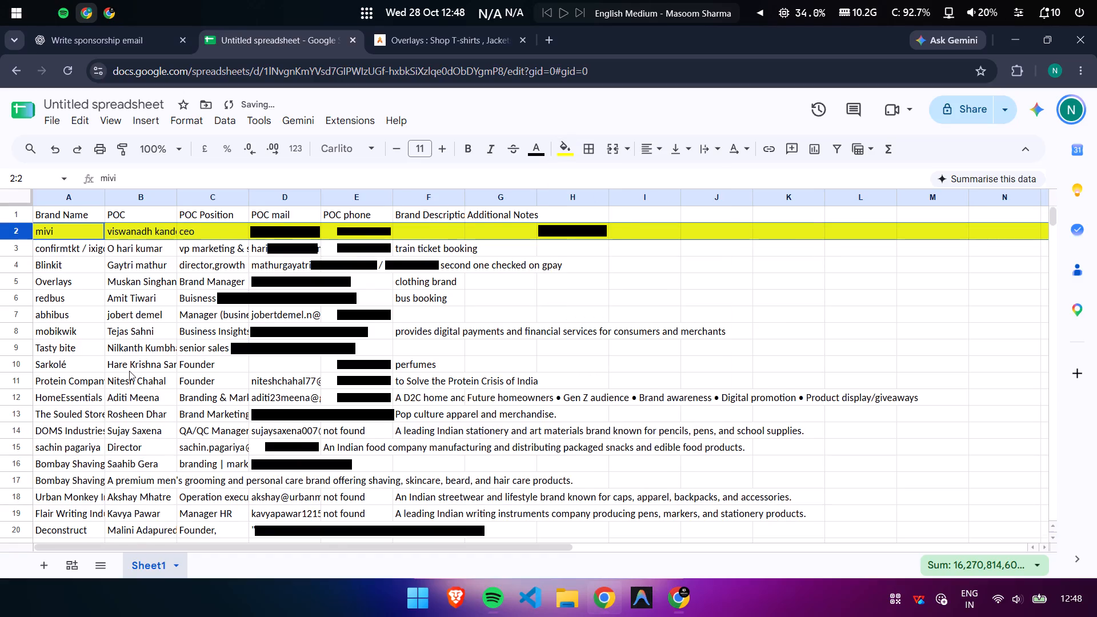
Select the entire Sarkolé row in the brand contact list.
scroll(129, 371, right, 1)
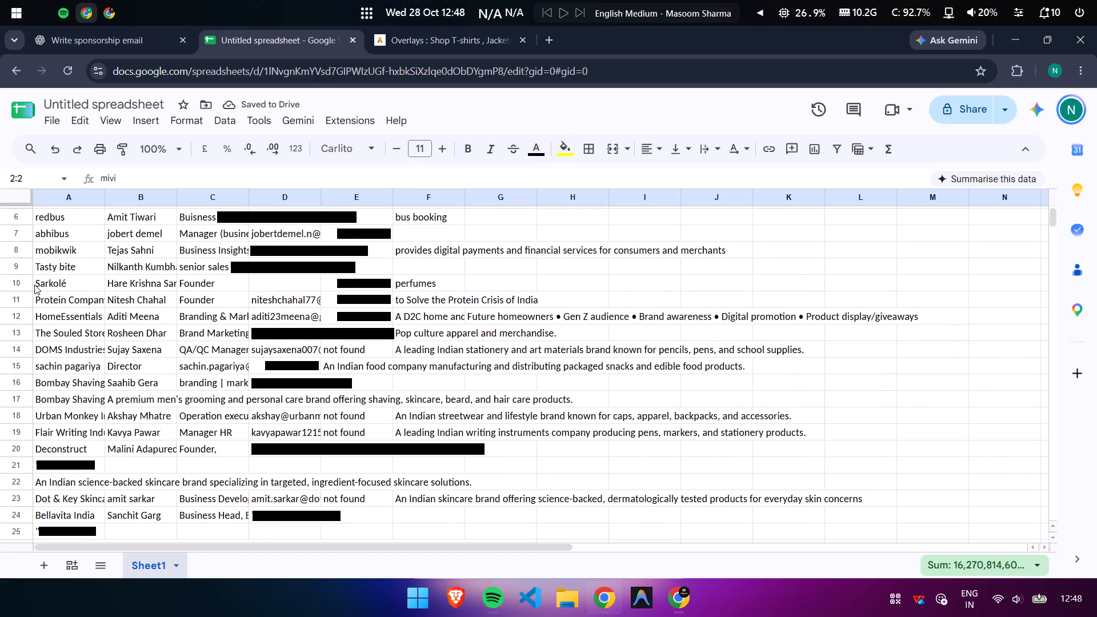
click(16, 281)
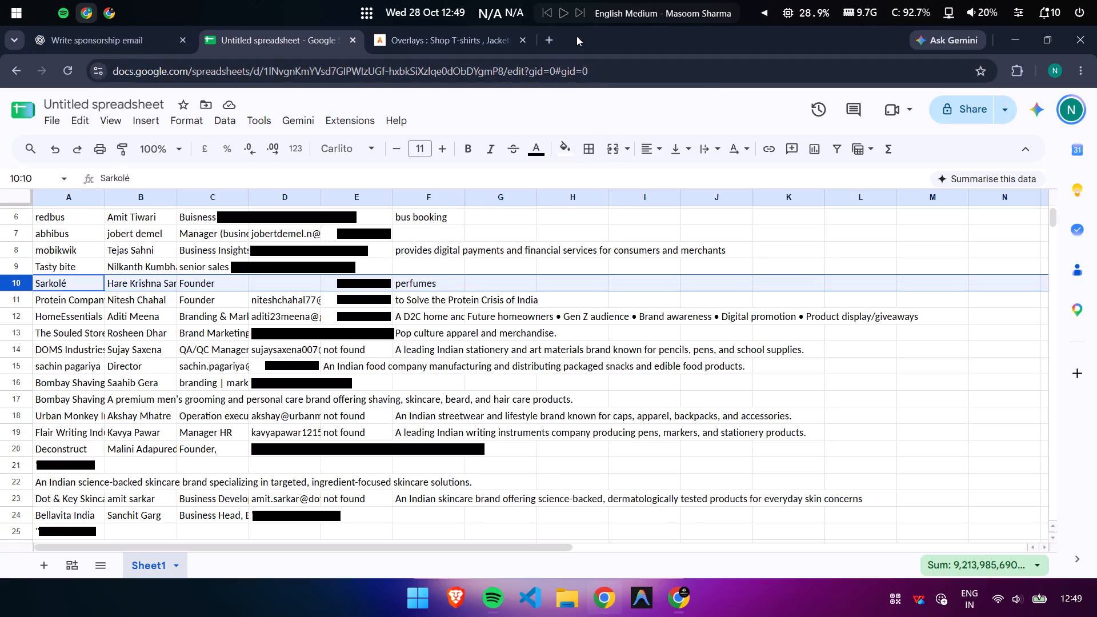
Search the web for sarkole in a new browser tab and open the Sarkolé perfume brand's website.
click(546, 31)
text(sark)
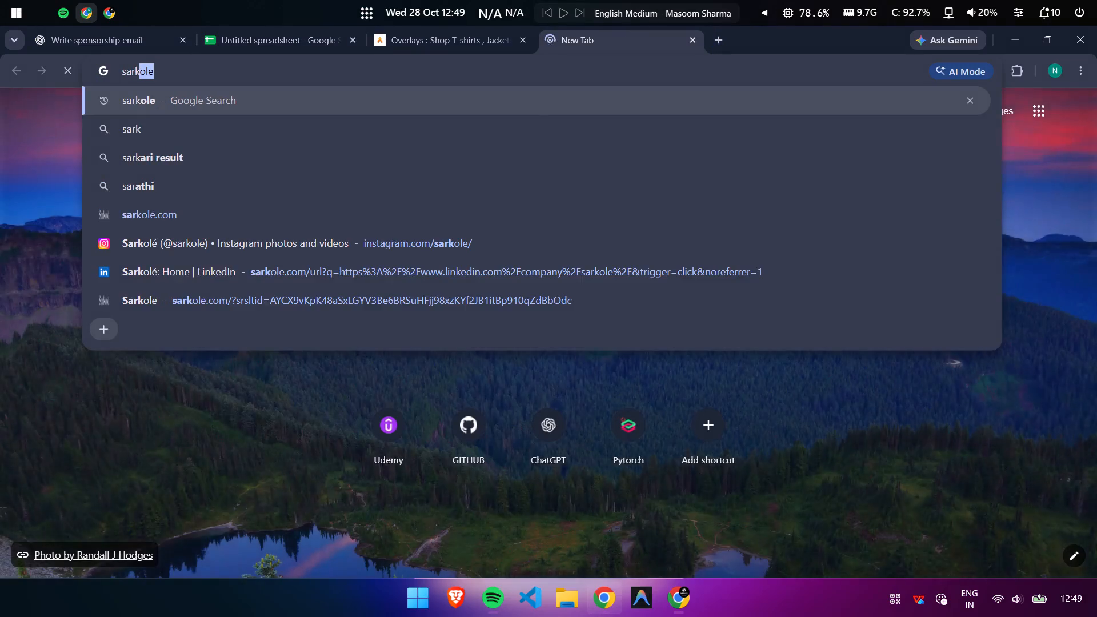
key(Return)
click(211, 235)
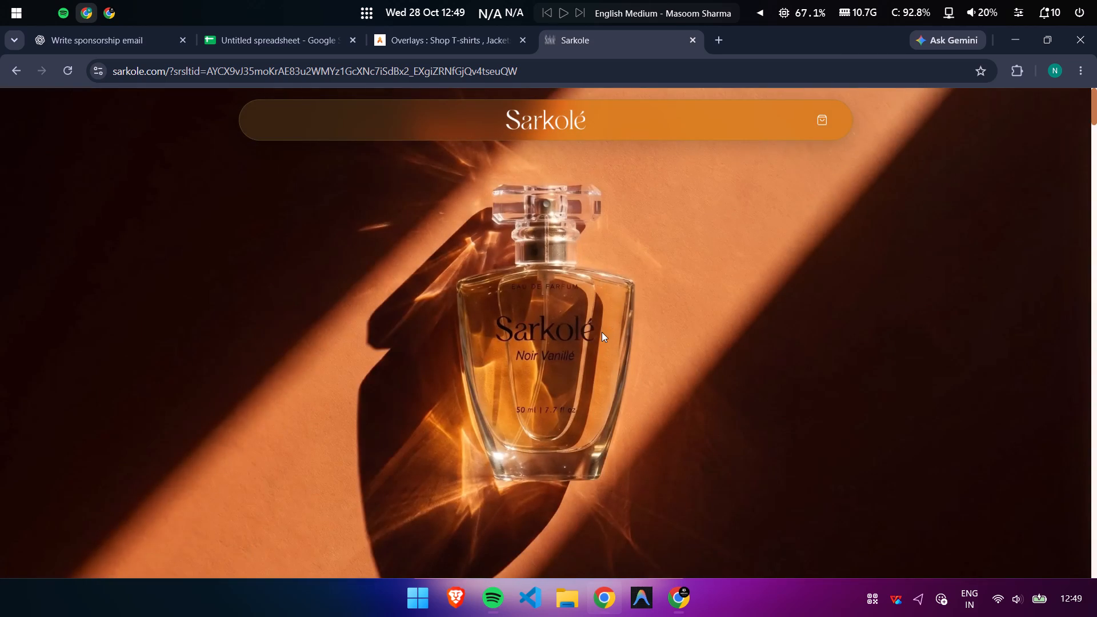
Look through the Sarkolé homepage down to its footer for the brand's social and contact links.
scroll(602, 332, down, 20)
scroll(602, 332, down, 12)
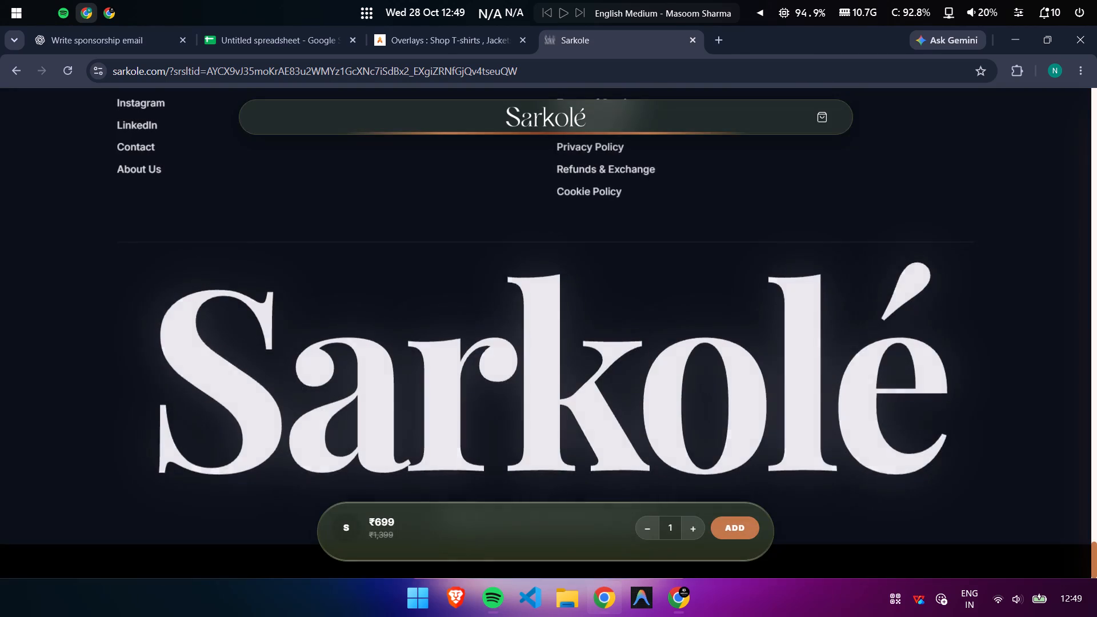
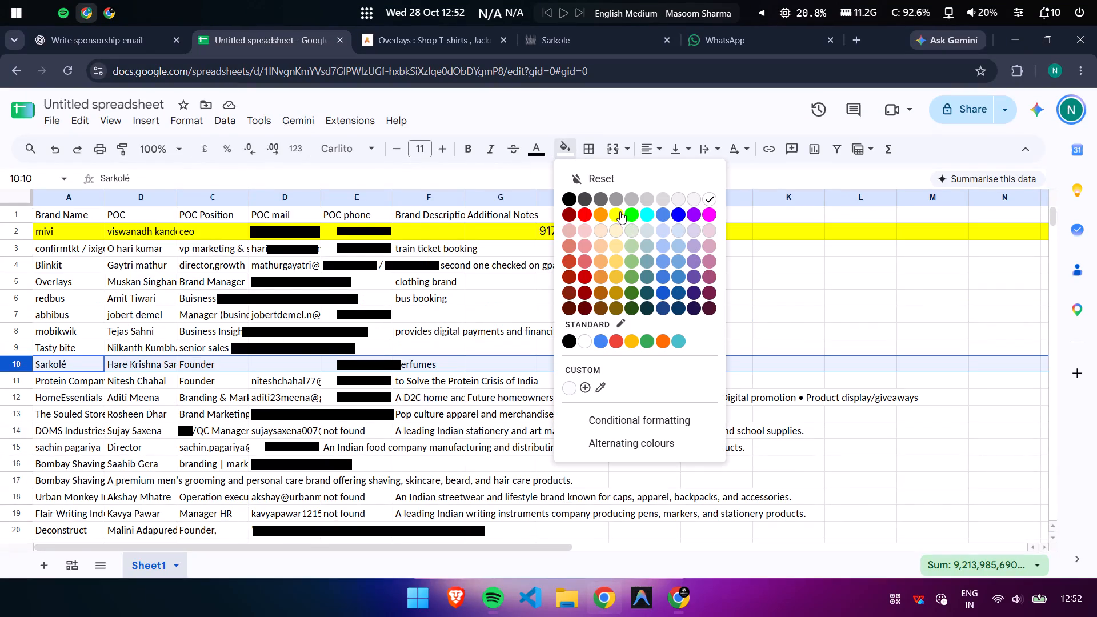
Fill the entire selected Sarkolé row with bright yellow.
click(620, 211)
click(78, 247)
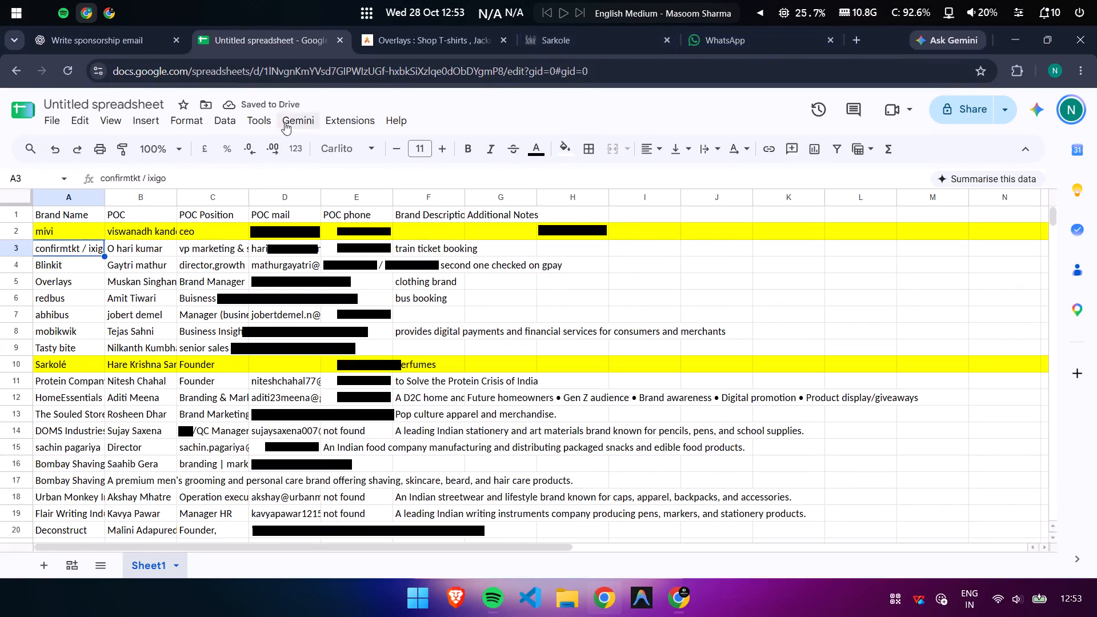
Select the Overlays brand name cell in the contact list.
click(59, 284)
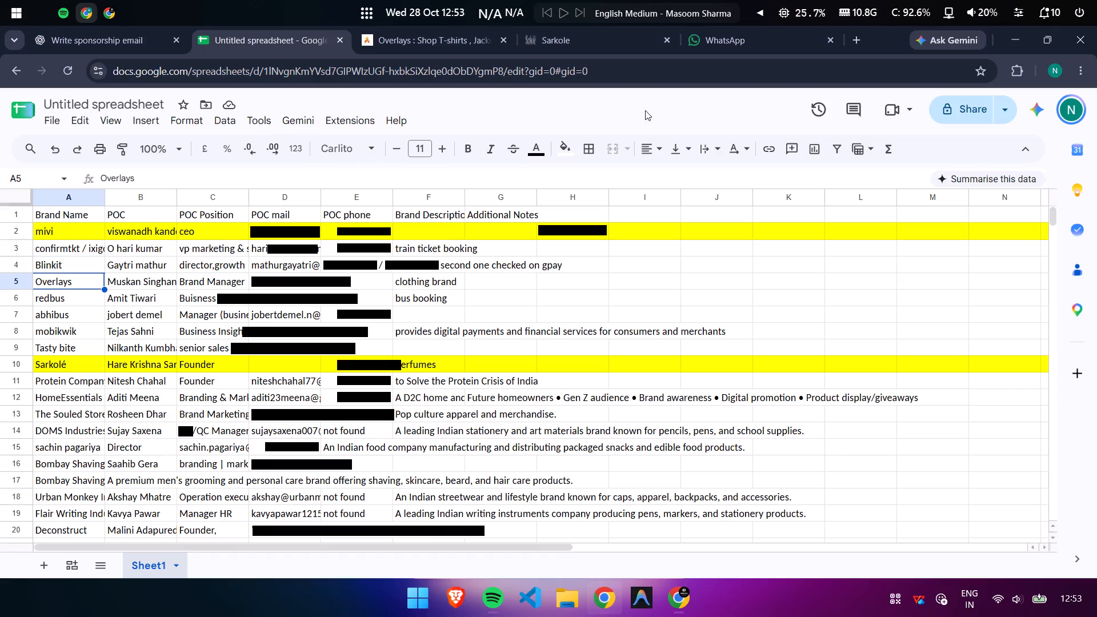
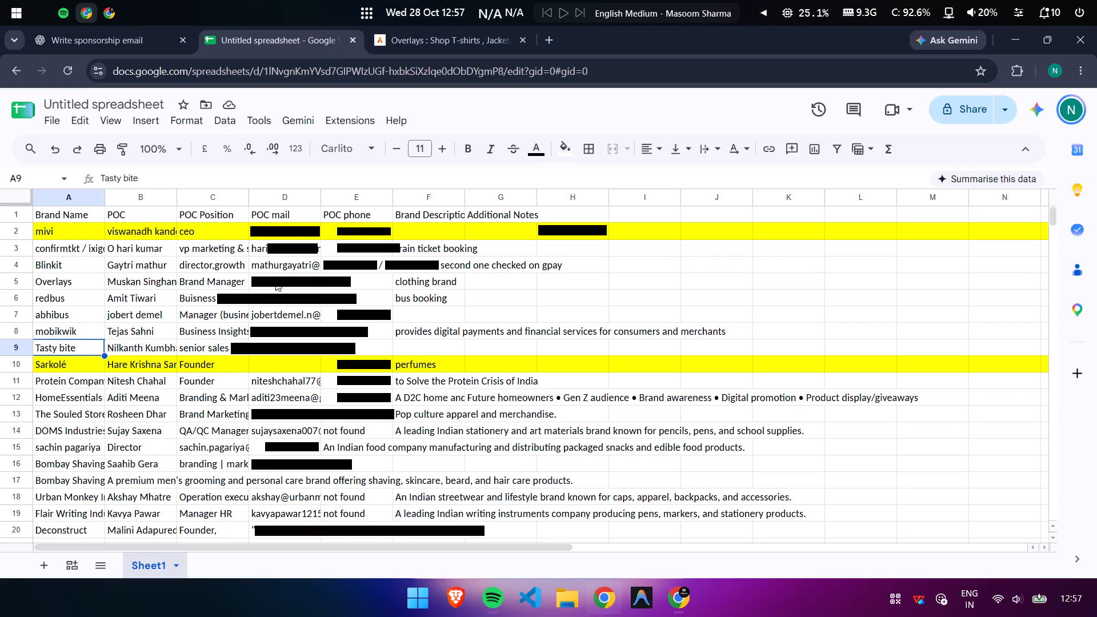
Copy the contact e-mail address from the POC mail cell of the Overlays row.
click(285, 184)
key(ctrl+a)
key(ctrl+c)
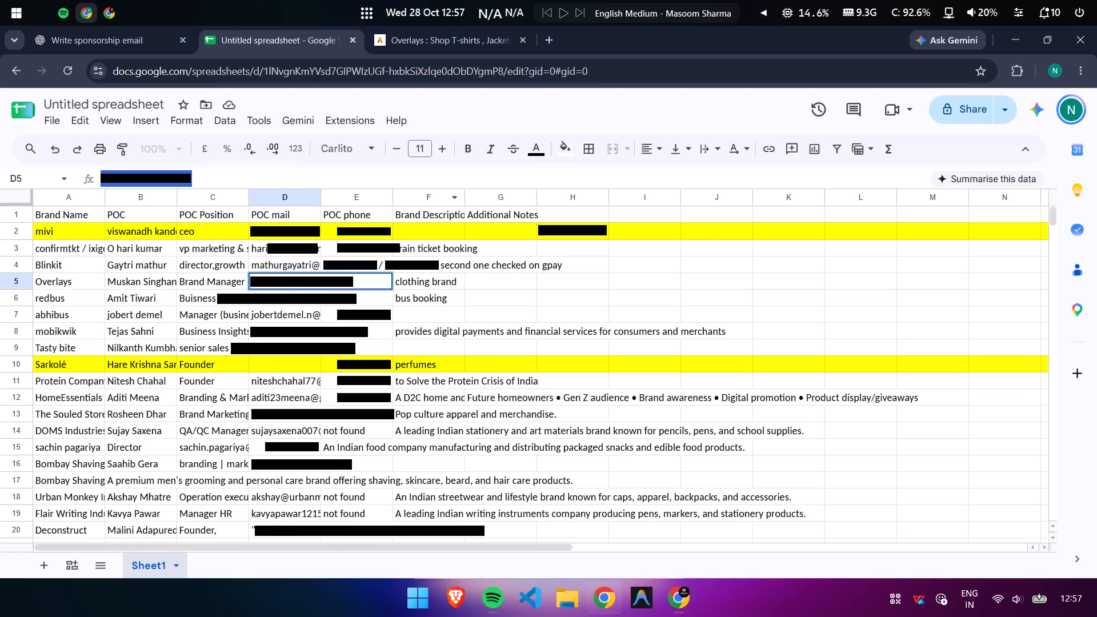
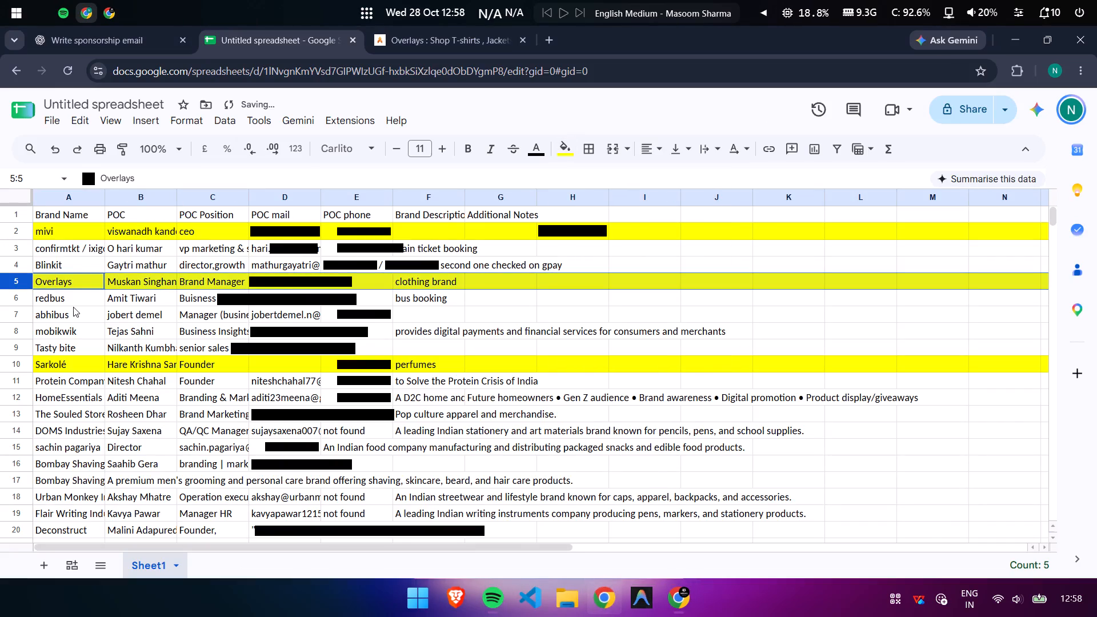
Select the Blinkit cell in the Brand Name column of the contact list.
scroll(69, 308, down, 1)
scroll(69, 308, up, 1)
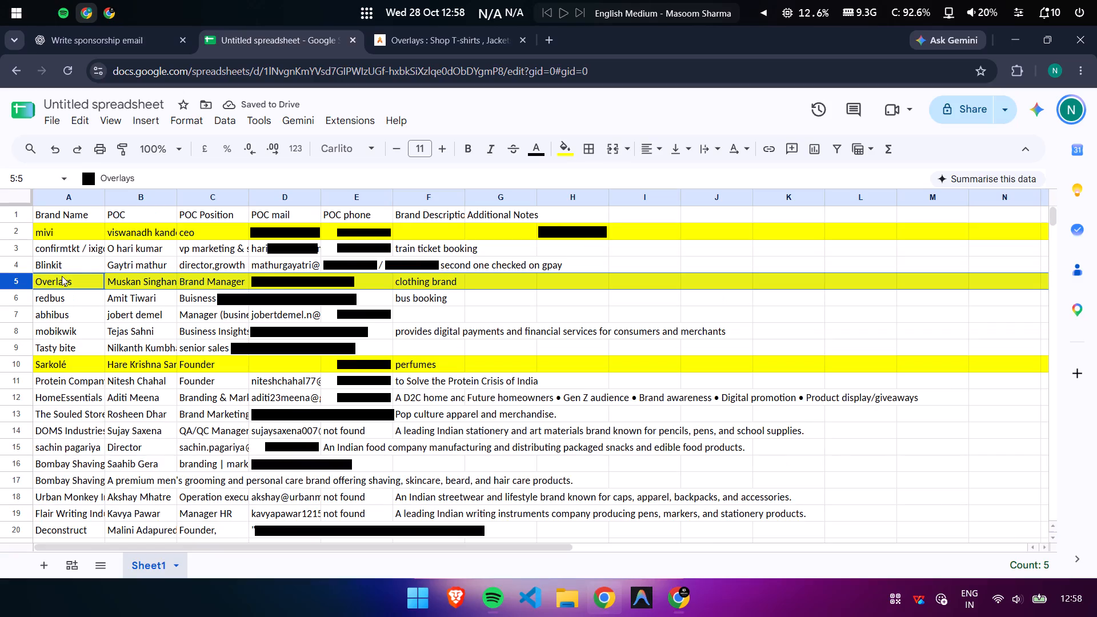
click(79, 270)
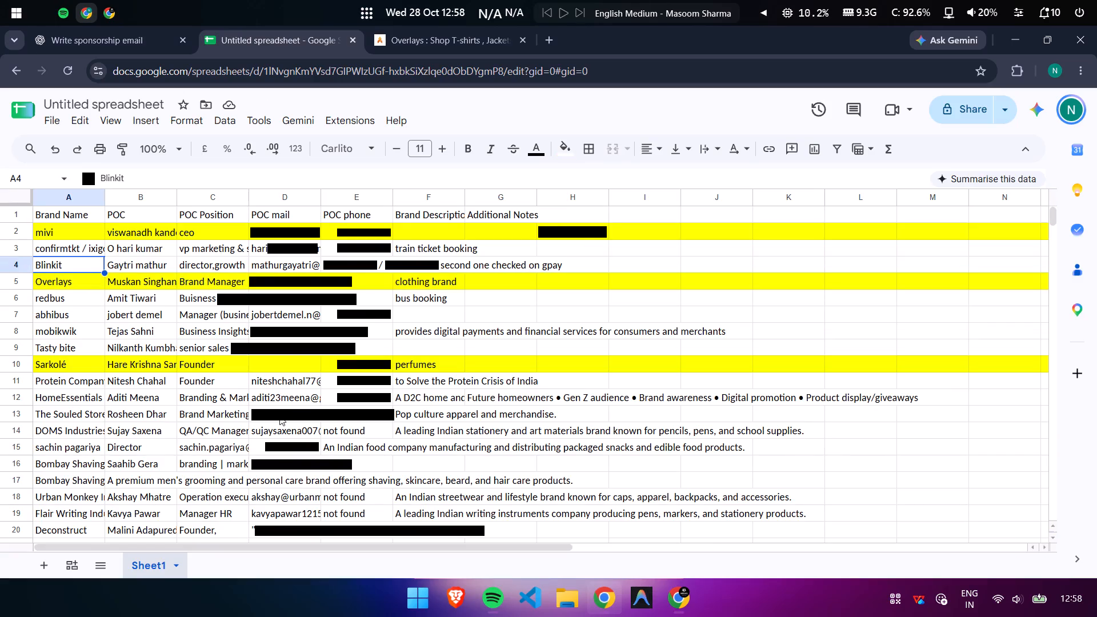
Check the Asaya contact's position and email entries in row 42 of the brand spreadsheet.
scroll(279, 415, down, 5)
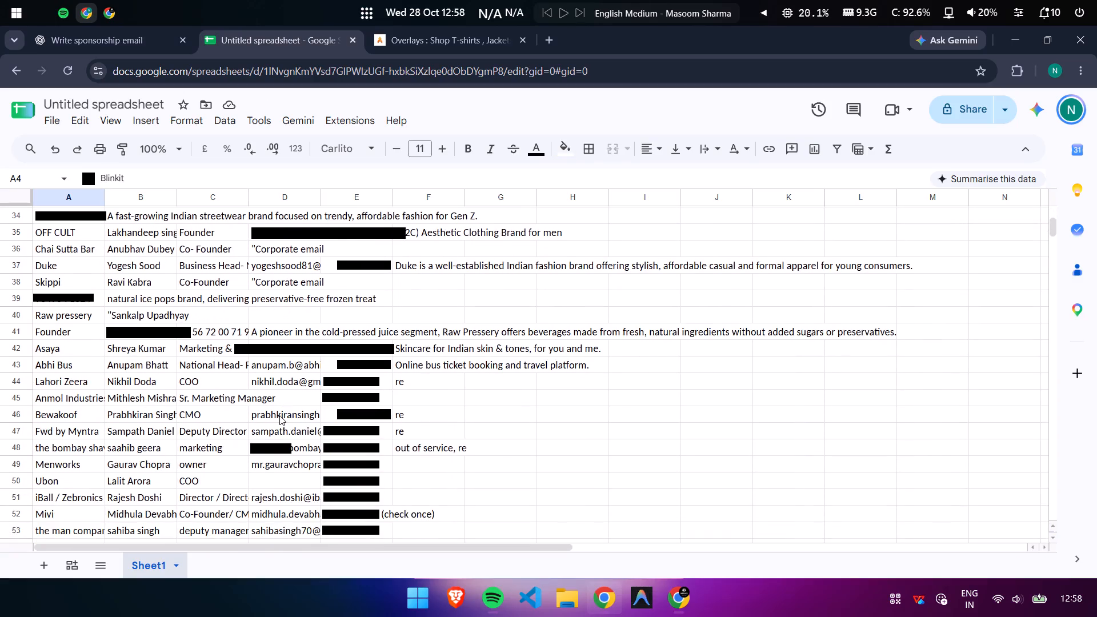
click(239, 352)
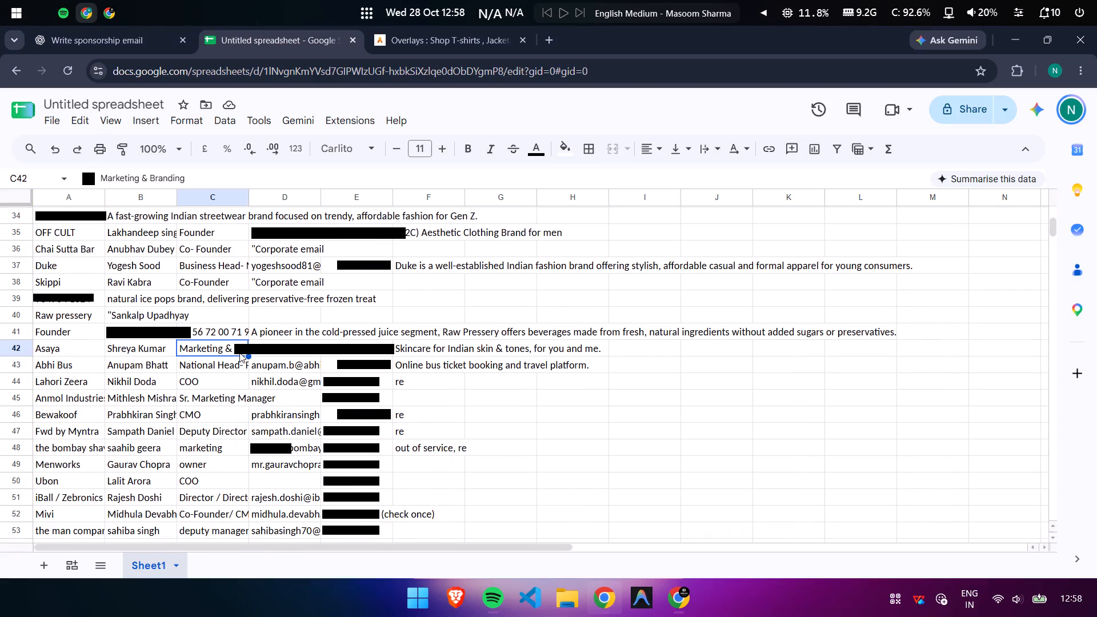
click(276, 354)
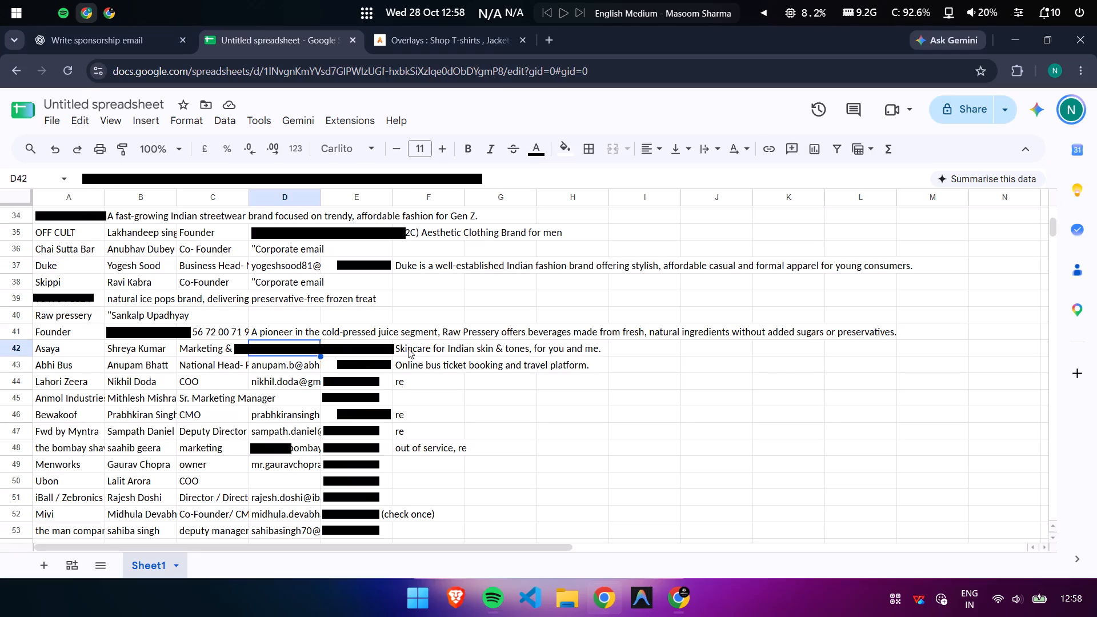
Search Google for "asaya" in a new tab and open the Asaya Skincare website.
click(553, 44)
text(asaya)
key(Return)
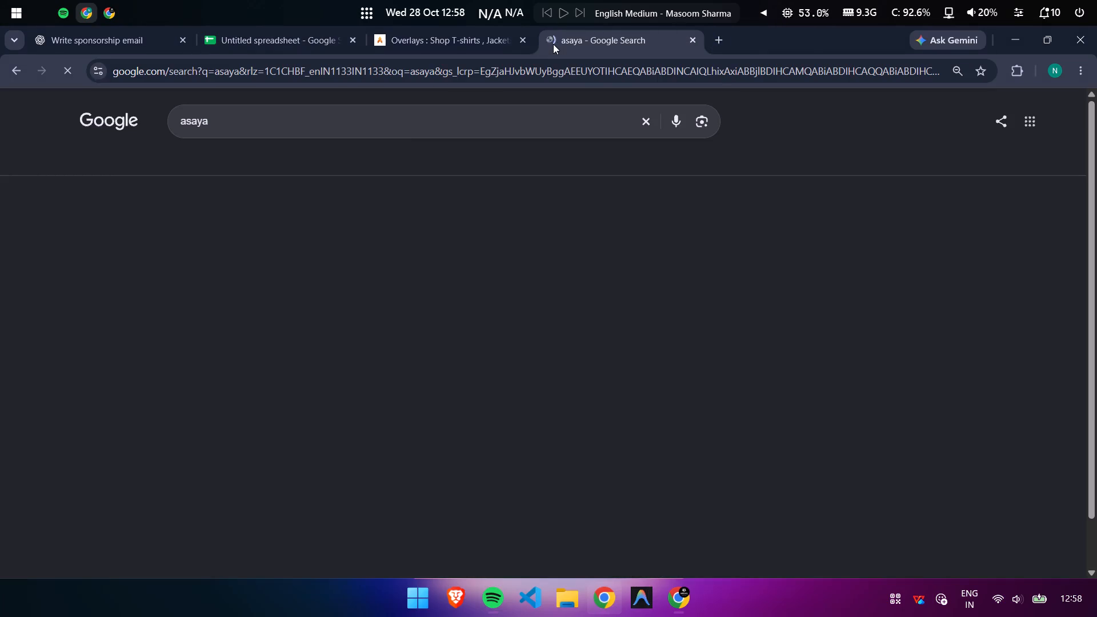
click(293, 271)
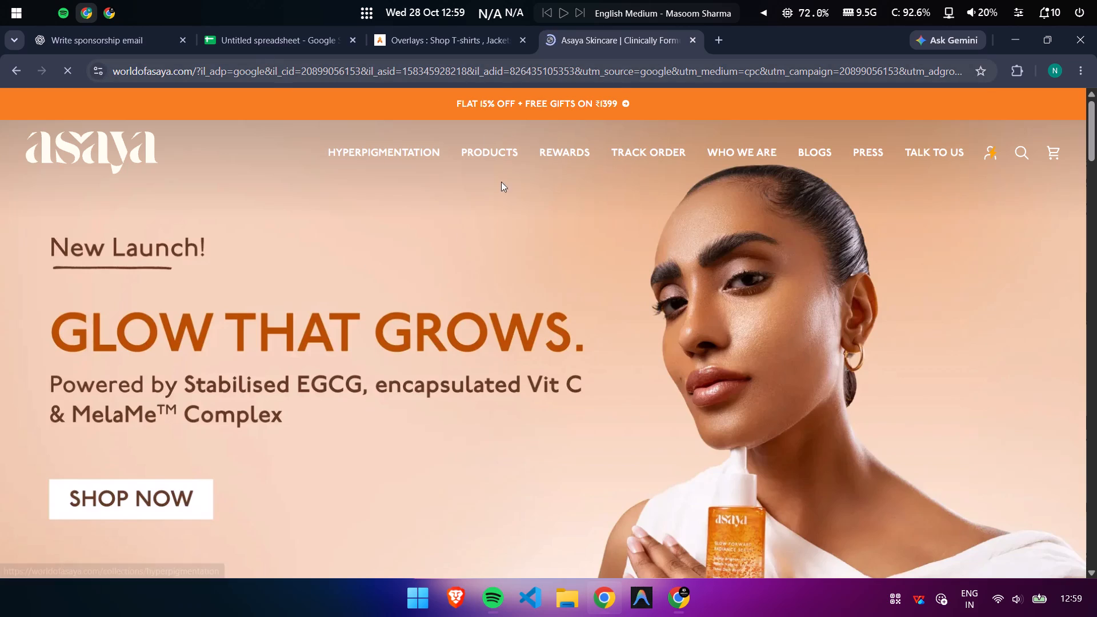
Copy all the text of the Asaya homepage.
key(ctrl+a)
key(ctrl+c)
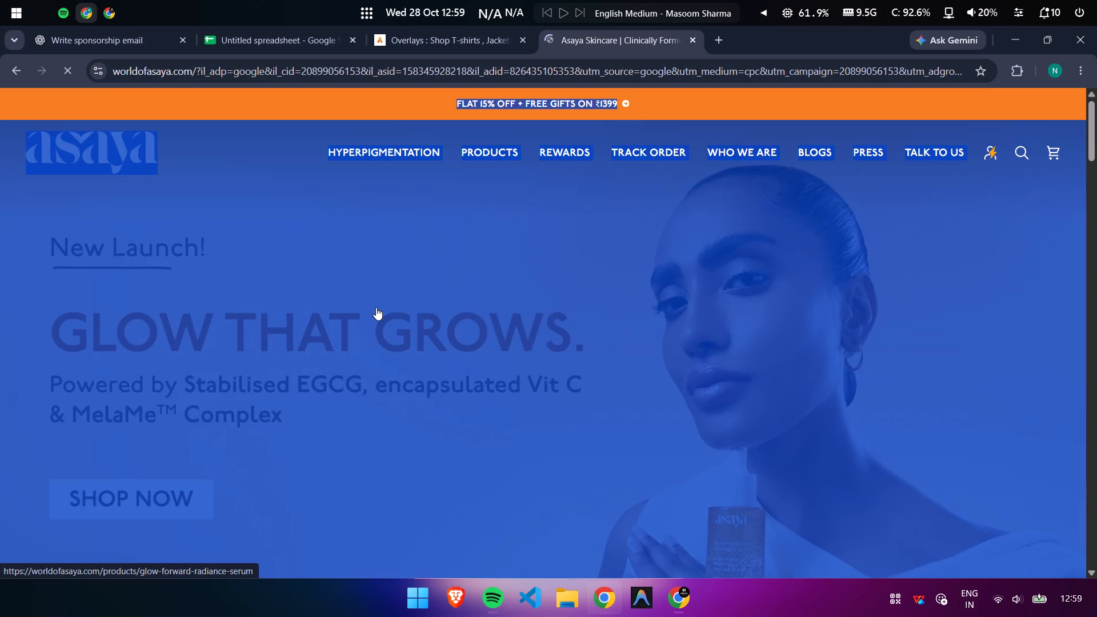
Look through the Asaya homepage down to the footer's company and contact details, and clear the text selection.
scroll(376, 307, down, 17)
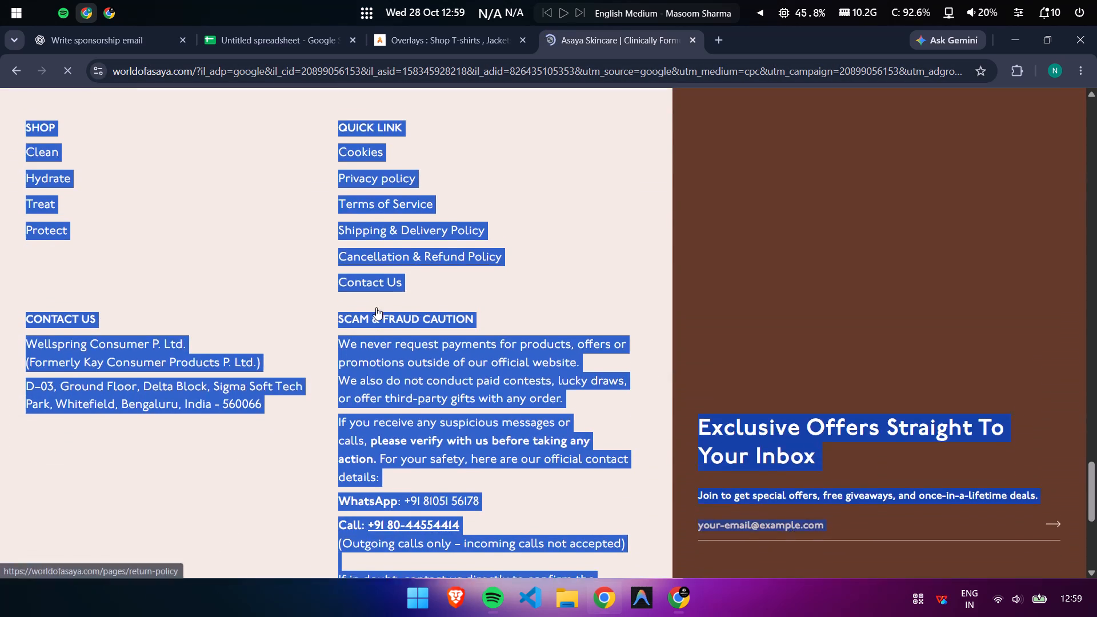
scroll(376, 307, down, 1)
scroll(376, 307, up, 2)
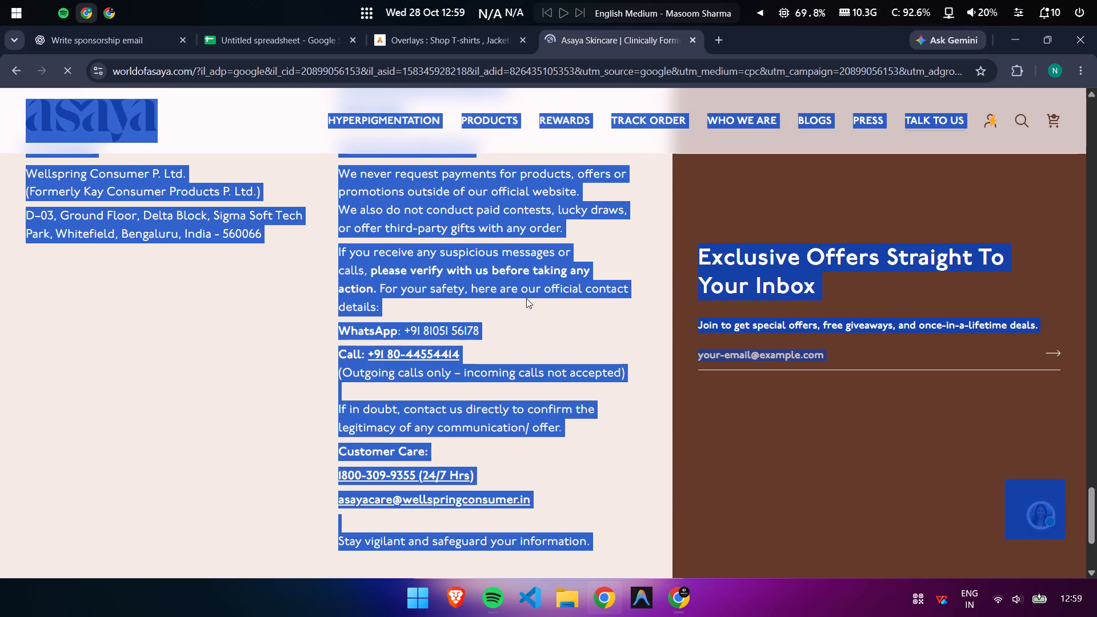
scroll(526, 298, down, 1)
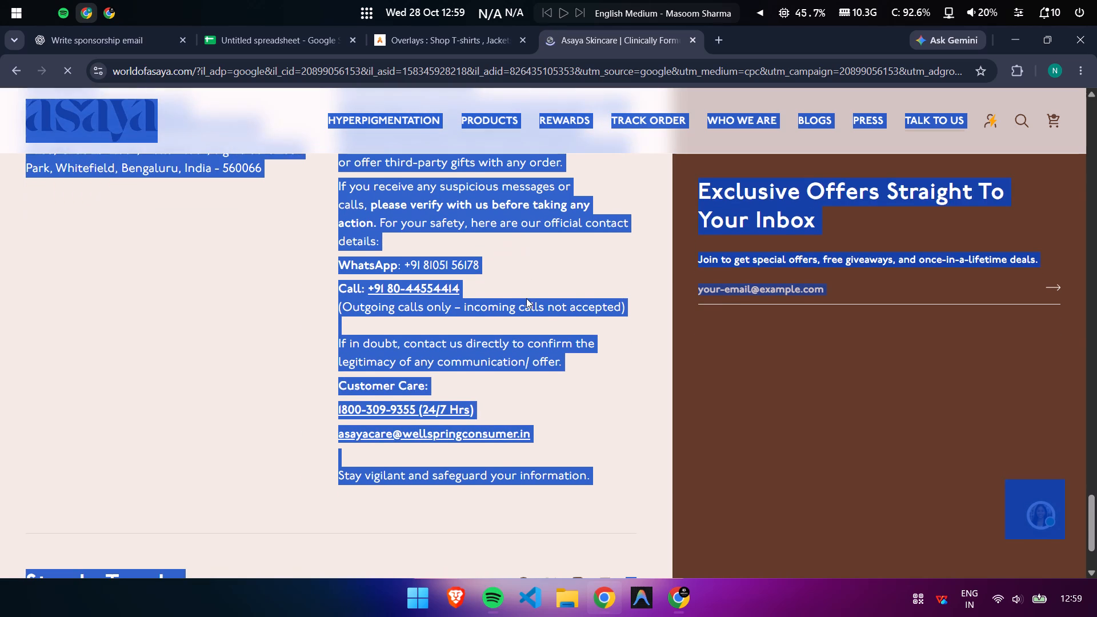
scroll(526, 298, down, 4)
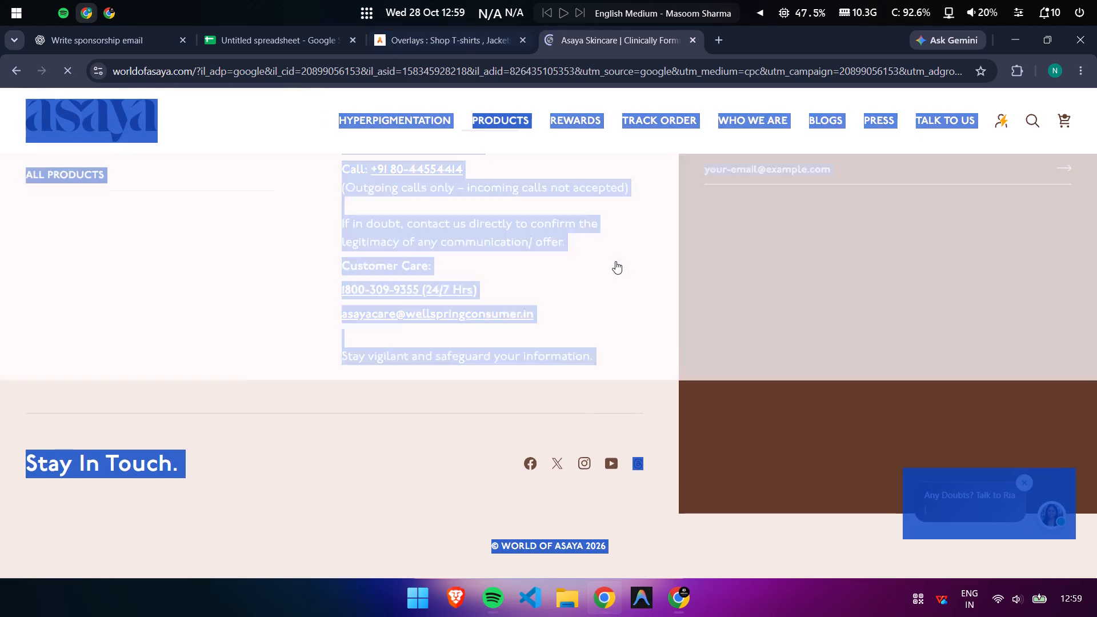
click(615, 261)
click(809, 191)
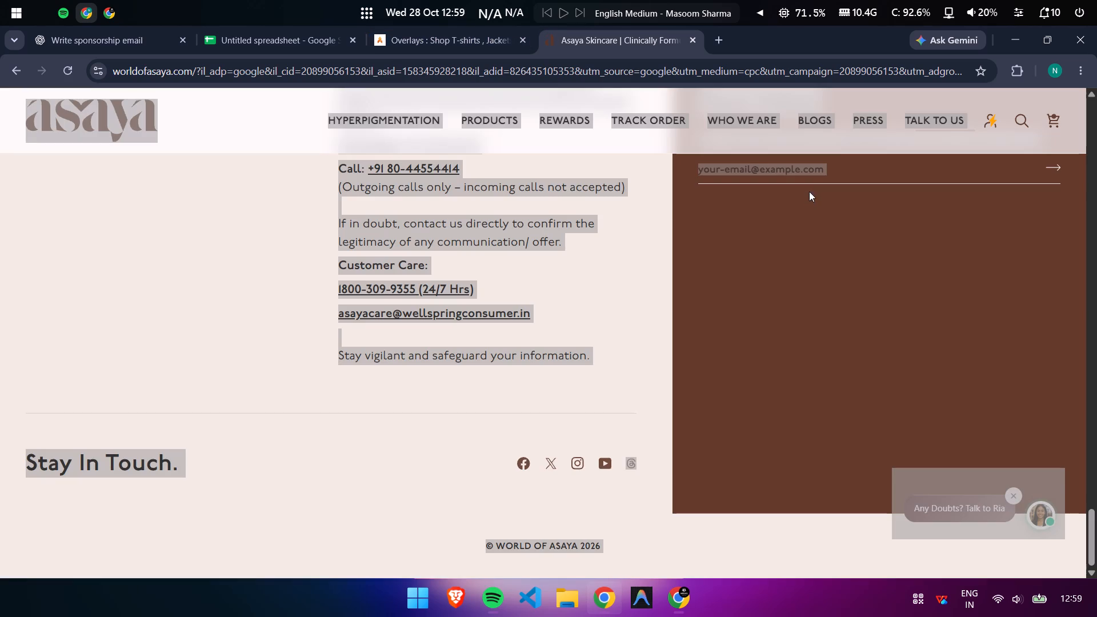
click(832, 259)
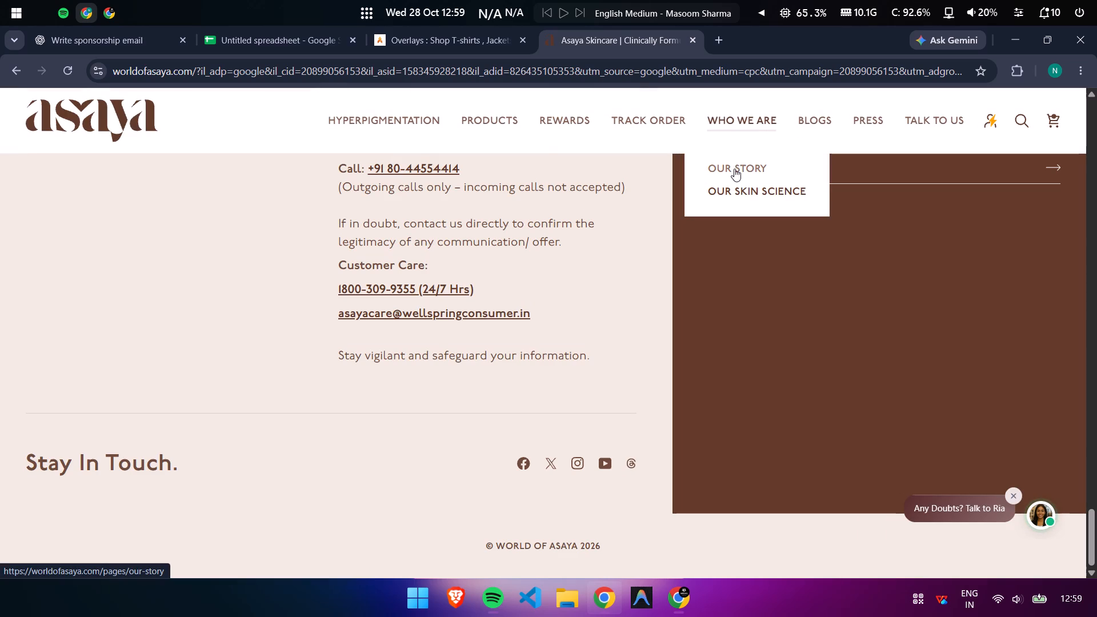
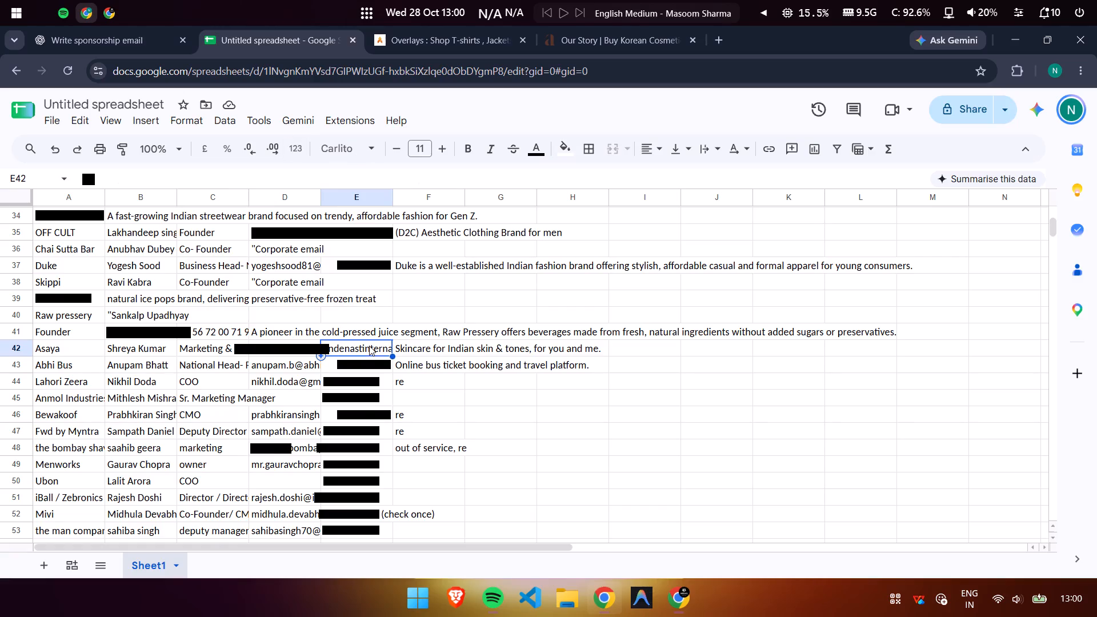
In the spreadsheet, select the email contact text inside cell D42 of the Asaya row.
click(302, 347)
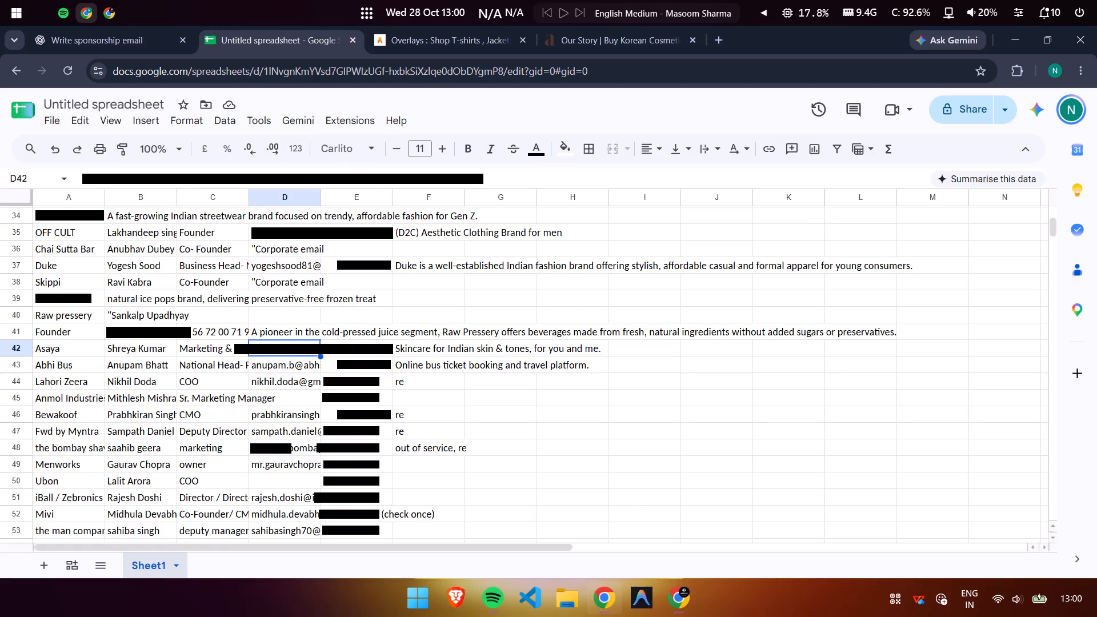
click(267, 179)
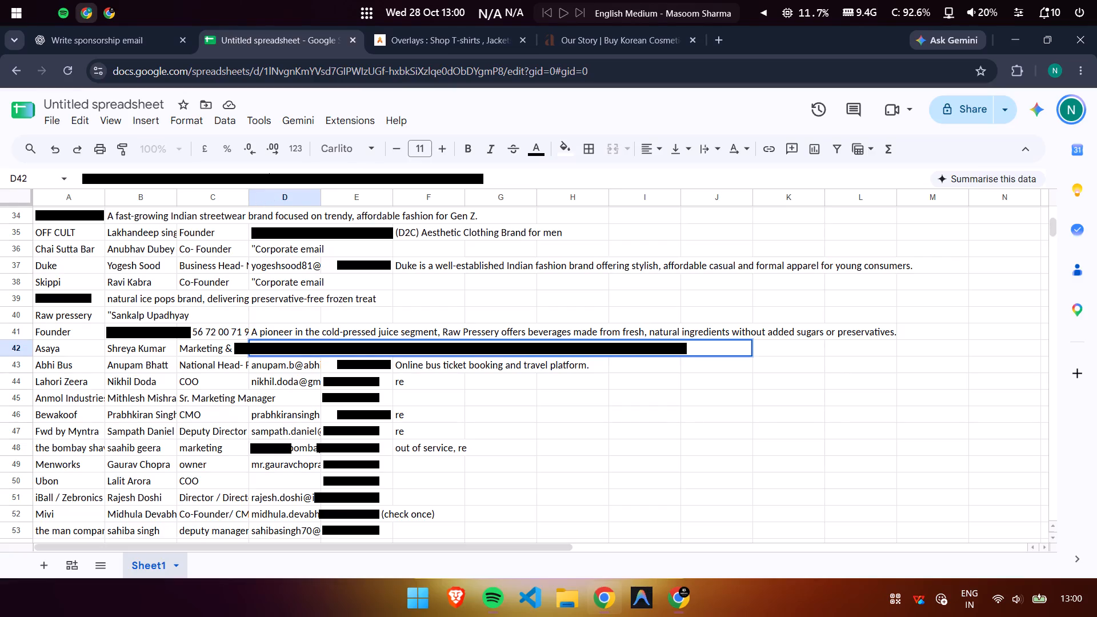
click(267, 179)
drag(495, 178, 86, 195)
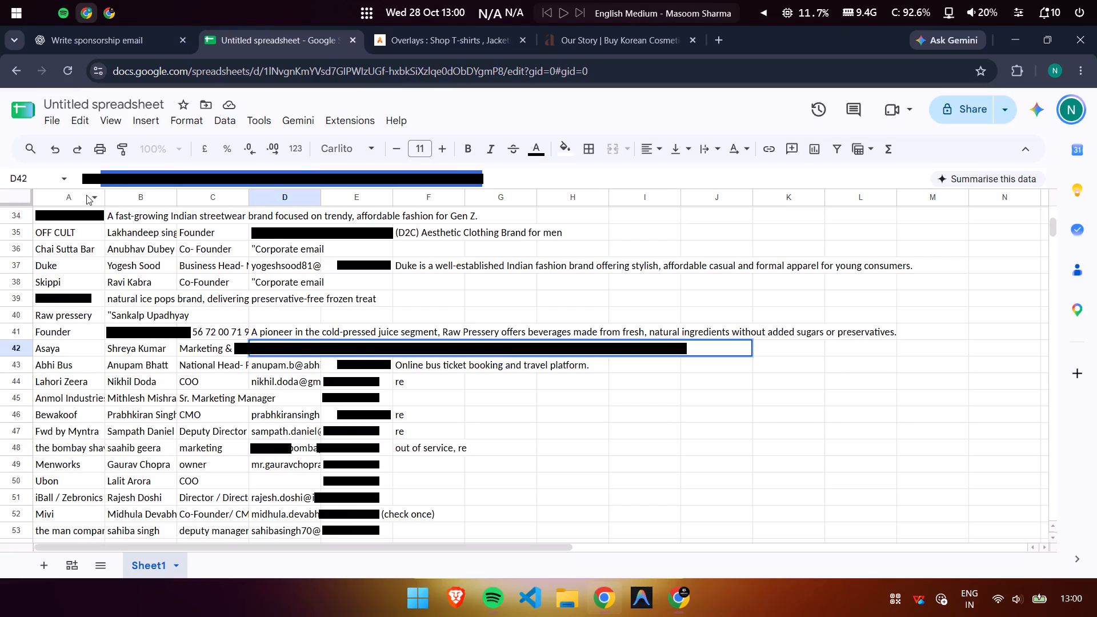
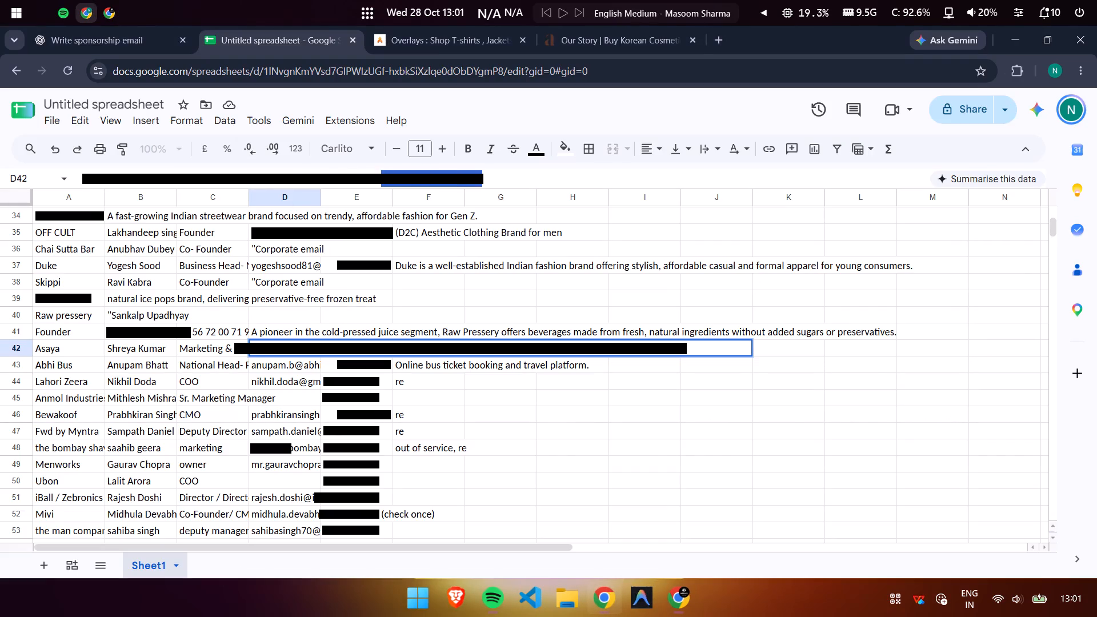
Select the end portion of the contact text in cell D42 of the Asaya row in the spreadsheet.
drag(381, 176, 378, 178)
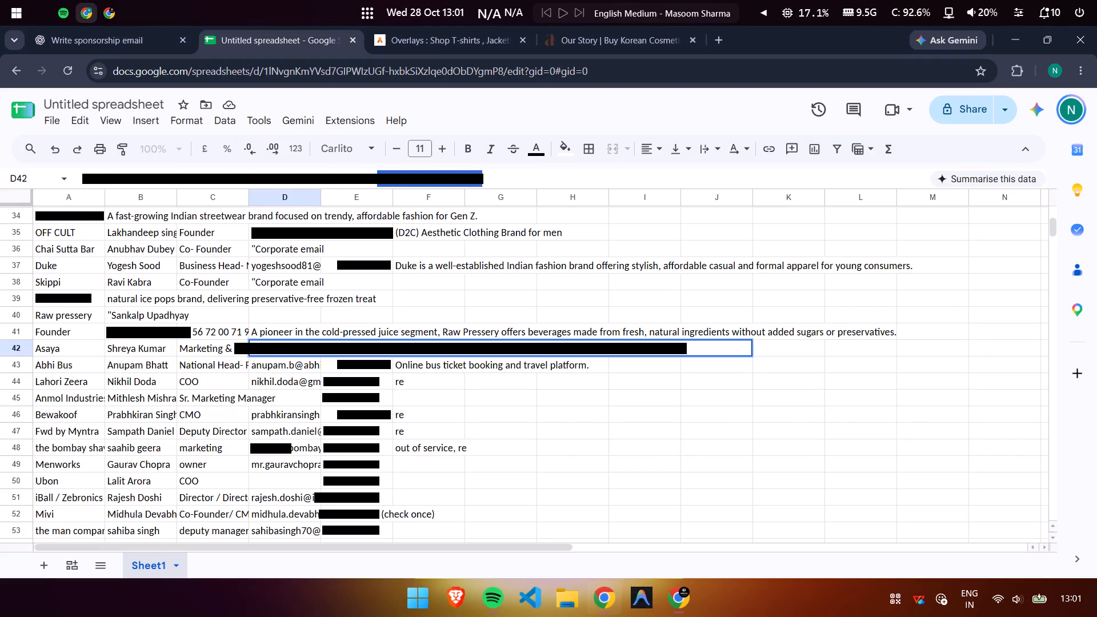
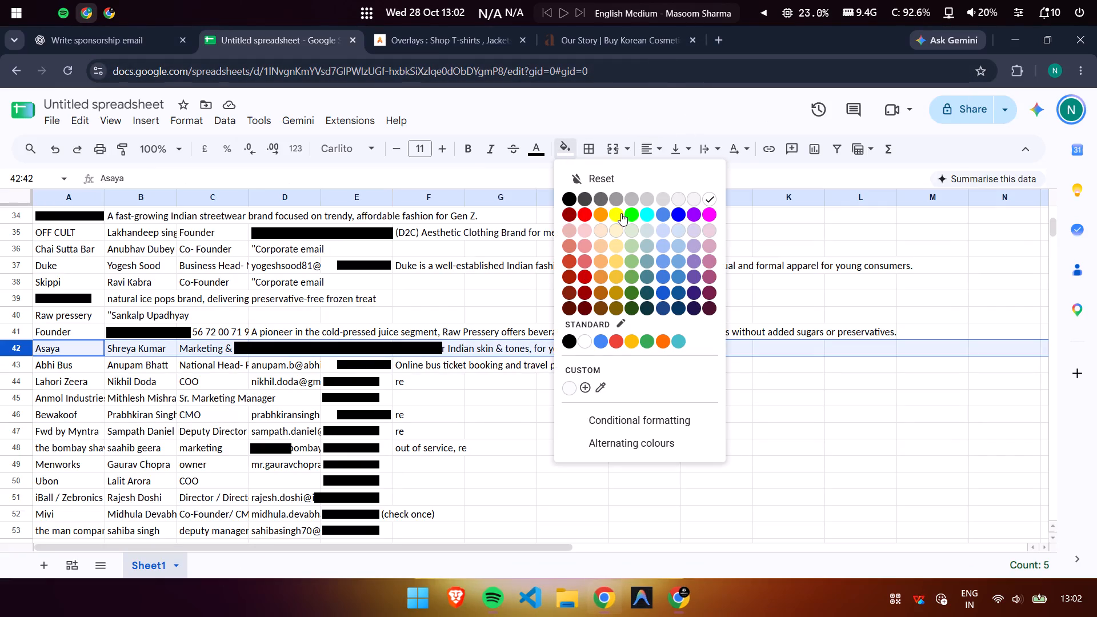
Fill the Asaya row in the brand contact sheet with yellow.
click(621, 213)
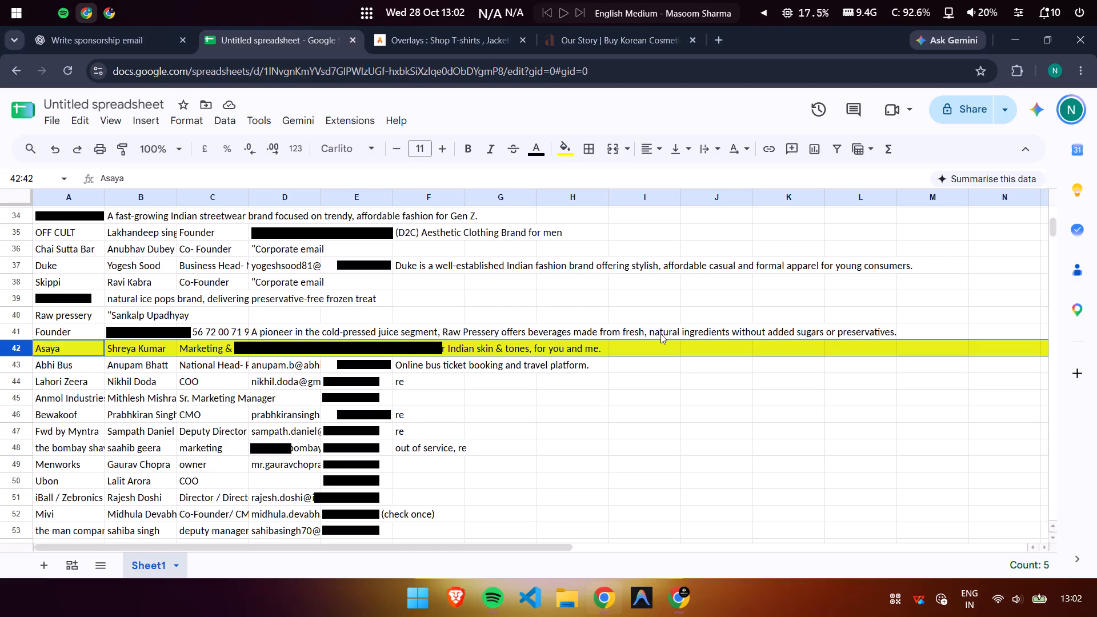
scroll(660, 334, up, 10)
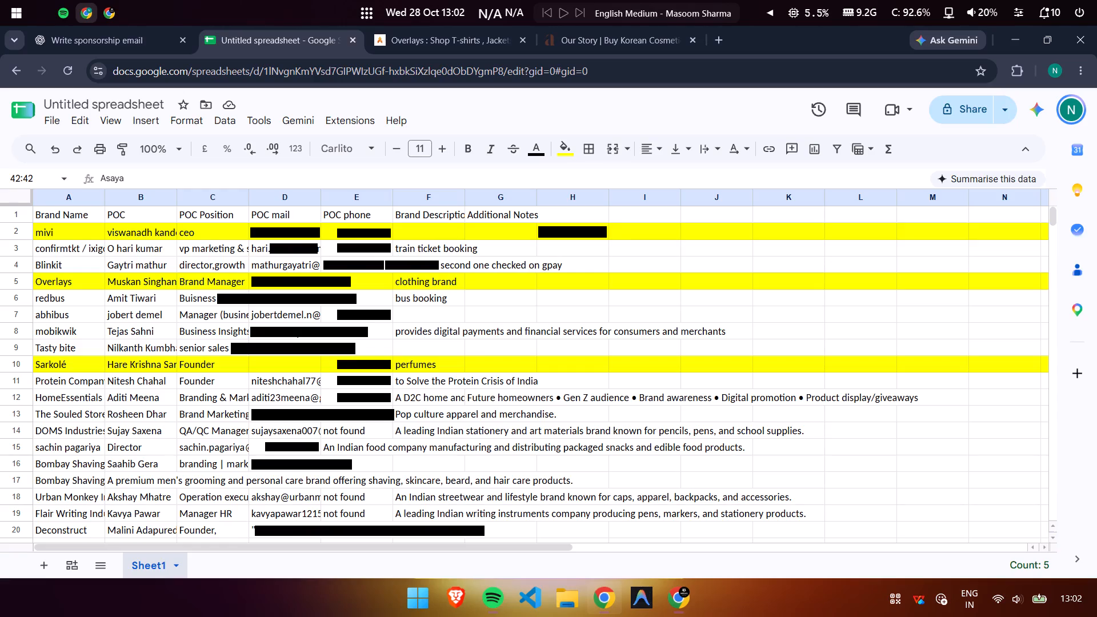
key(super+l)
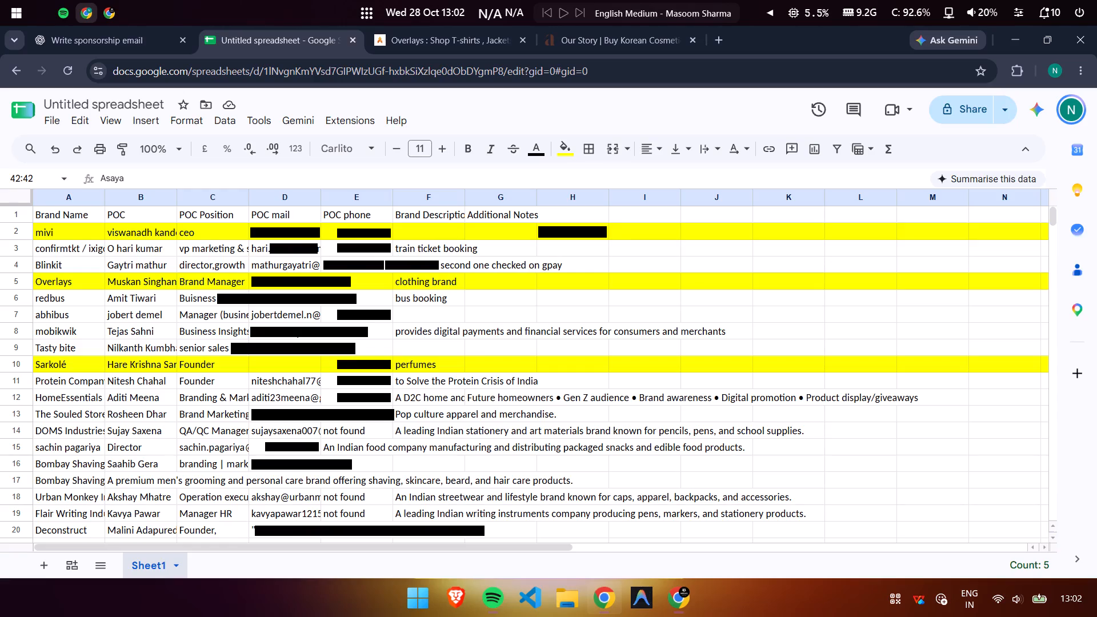